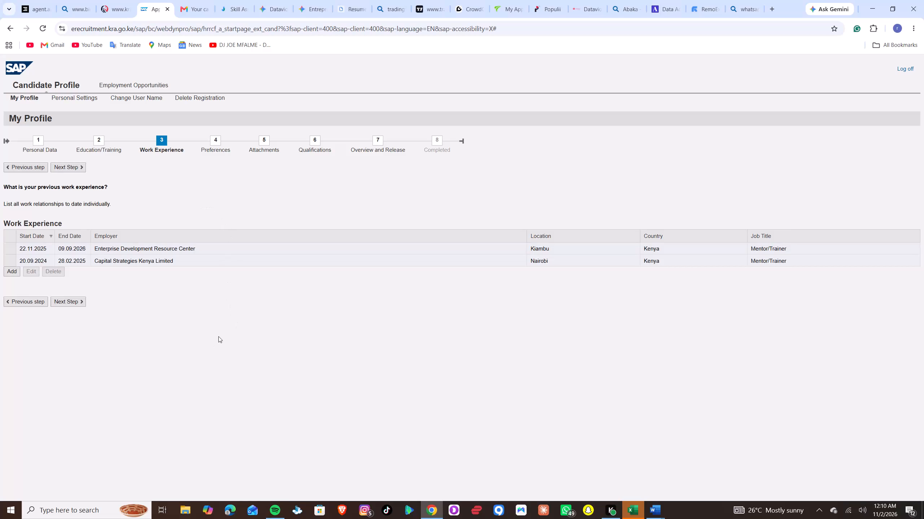
Examine the start and end dates, employers and job titles of the candidate profile's Work Experience entries.
scroll(218, 336, "down", 11)
scroll(218, 336, "up", 1)
scroll(218, 336, "down", 1)
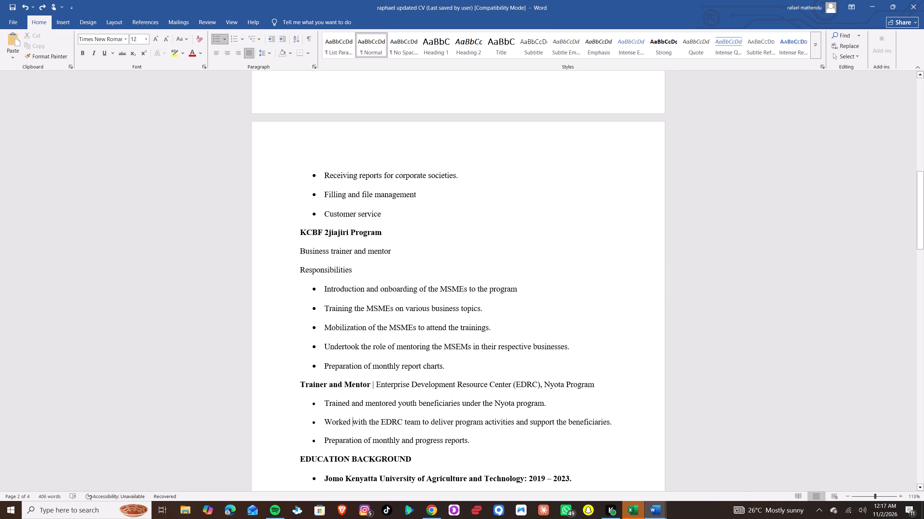
left_click_drag(299, 231, 318, 231)
left_click_drag(318, 231, 443, 232)
left_click(443, 232)
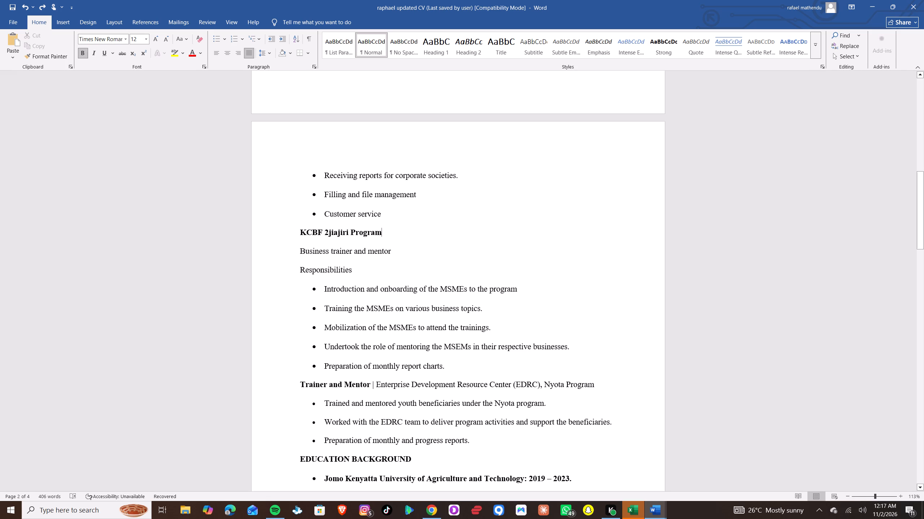
left_click_drag(299, 230, 378, 227)
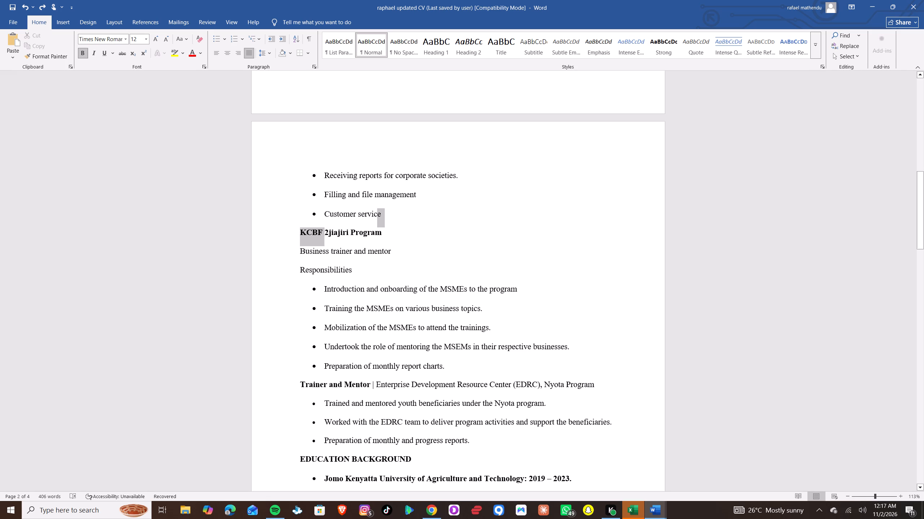
left_click_drag(378, 227, 384, 234)
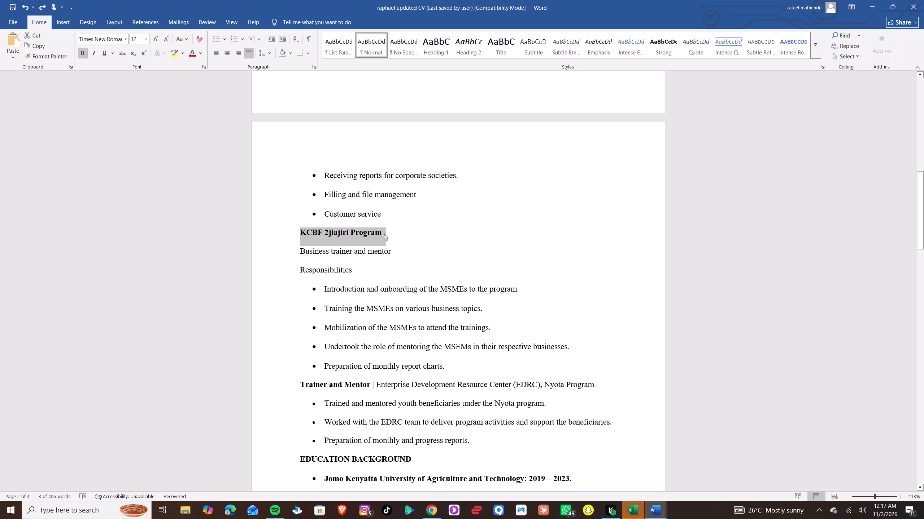
key("ctrl+v")
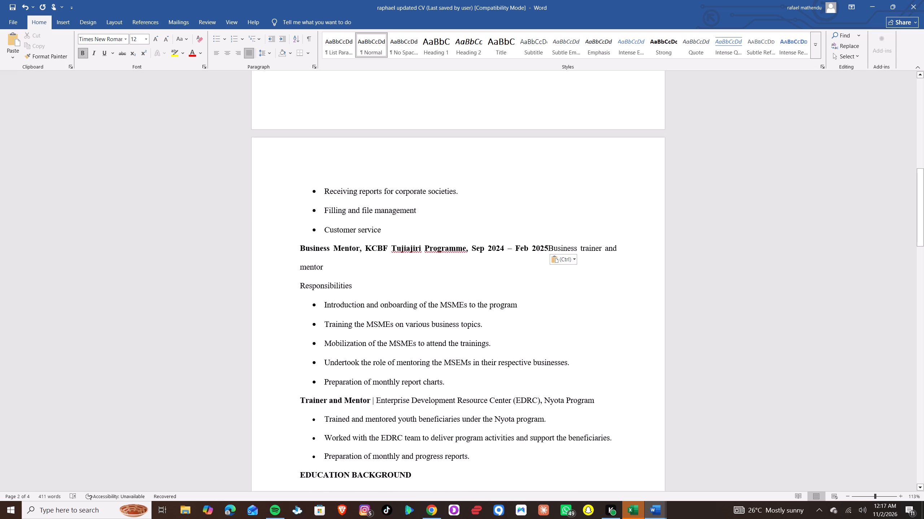
Shorten "Programme" to "Program" in the pasted Business Mentor, KCBF Tujiajiri heading.
left_click(462, 248)
key("Right")
key("BackSpace")
key("BackSpace")
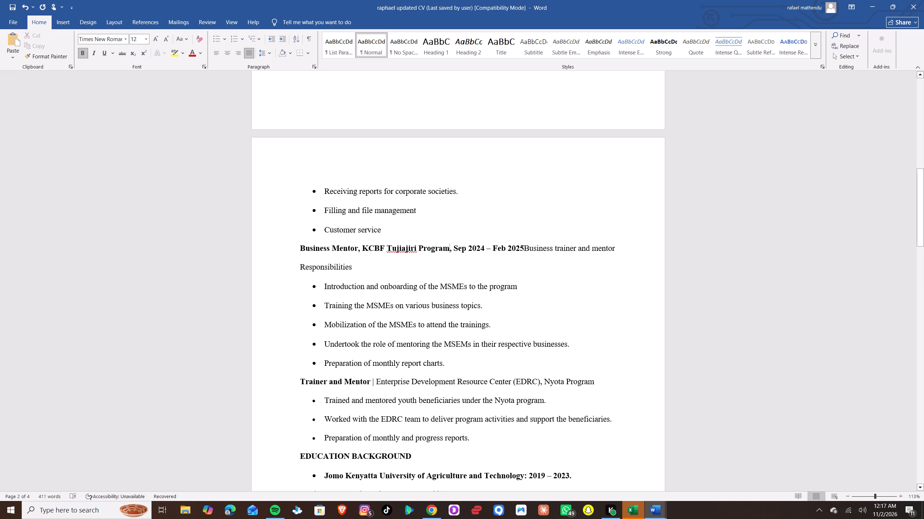
left_click(356, 267)
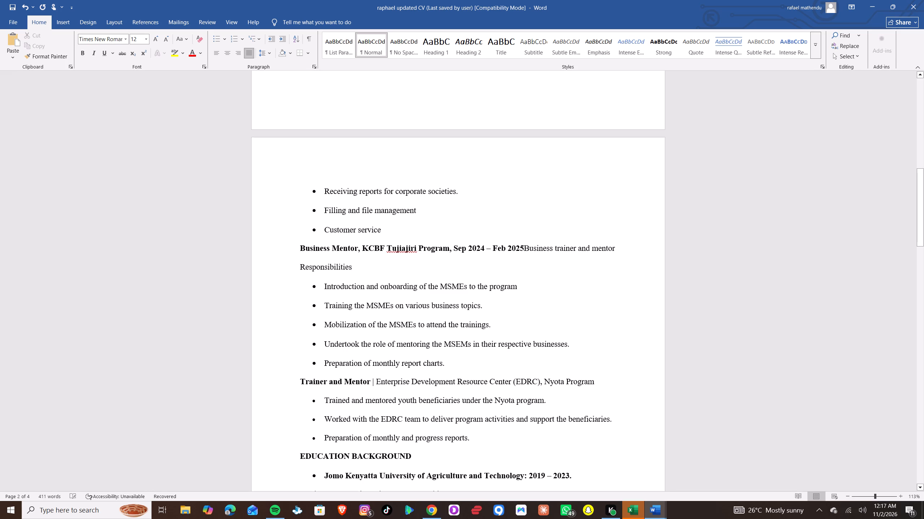
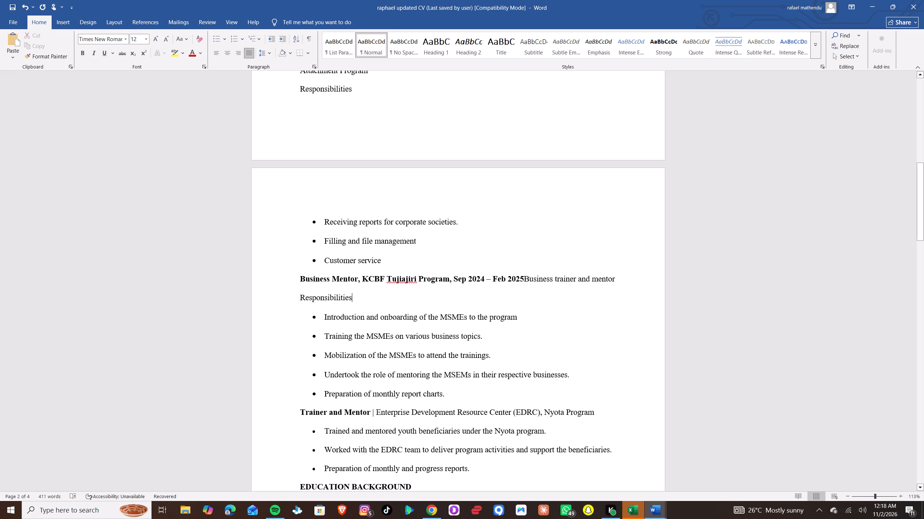
Delete the leftover "Business trainer and mentor" text following "Feb 2025" in the KCBF Tujiajiri heading.
left_click_drag(524, 278, 558, 278)
left_click_drag(558, 278, 617, 275)
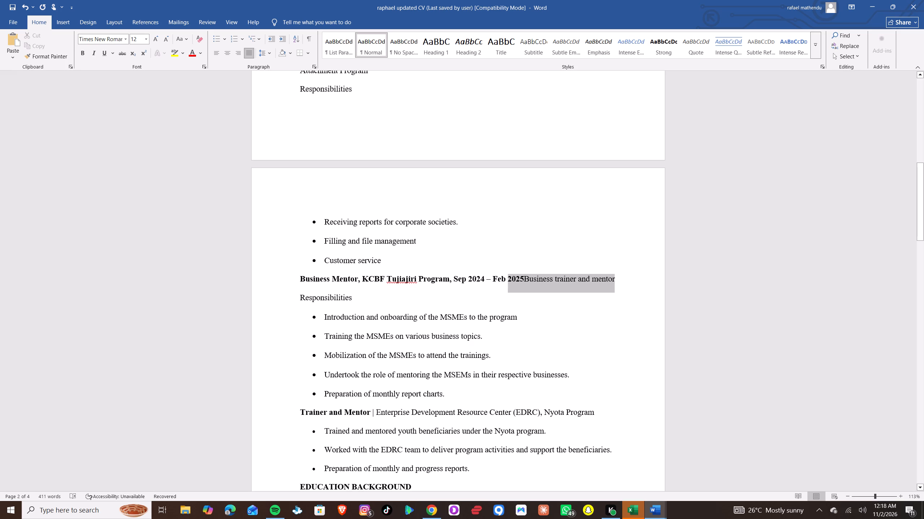
left_click_drag(617, 275, 618, 275)
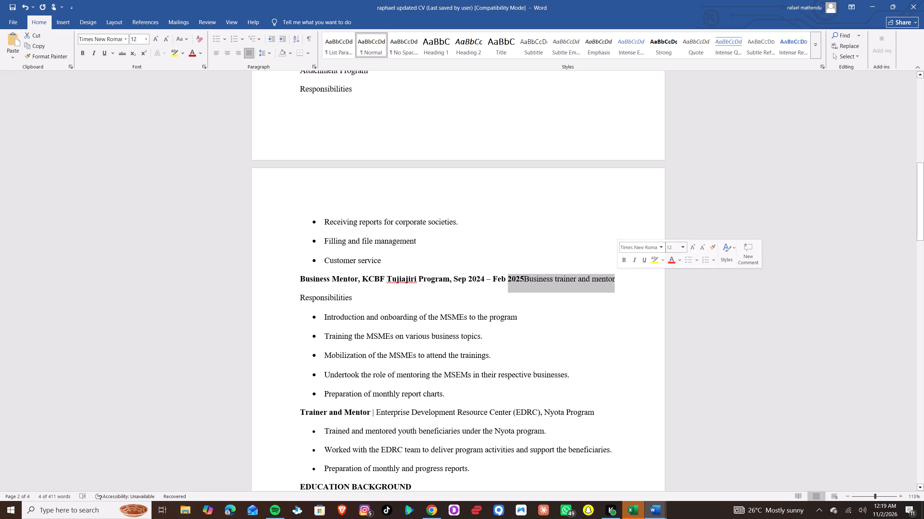
left_click(623, 283)
key("BackSpace")
key("BackSpace")
key("BackSpace")
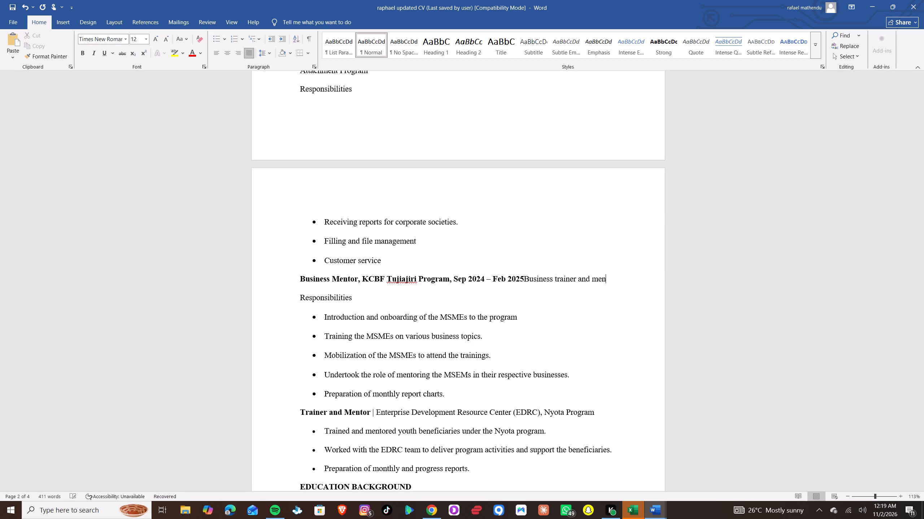
key("BackSpace")
key("BackSpace")
key("BackSpace")
key("BackSpace")
key("BackSpace")
key("BackSpace")
key("BackSpace")
key("BackSpace")
key("BackSpace")
key("BackSpace")
key("BackSpace")
key("BackSpace")
key("BackSpace")
key("BackSpace")
key("BackSpace")
key("BackSpace")
key("BackSpace")
key("BackSpace")
key("BackSpace")
key("BackSpace")
key("BackSpace")
key("BackSpace")
key("BackSpace")
key("BackSpace")
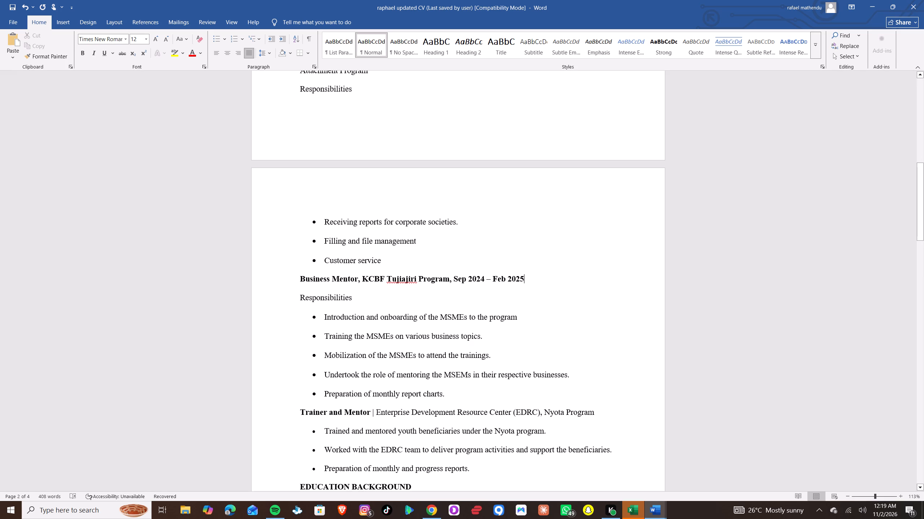
left_click(364, 297)
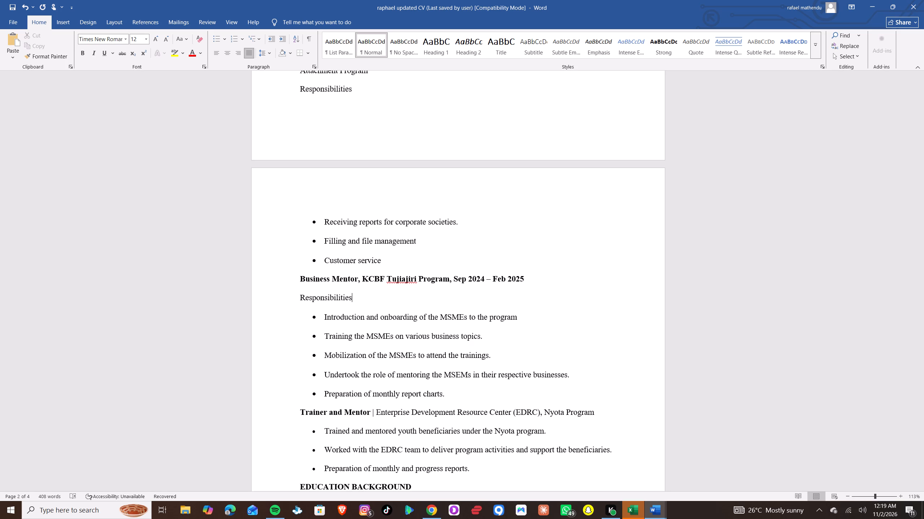
Add "and Trainer" after "Business Mentor" in the KCBF Tujiajiri Program heading.
left_click(357, 280)
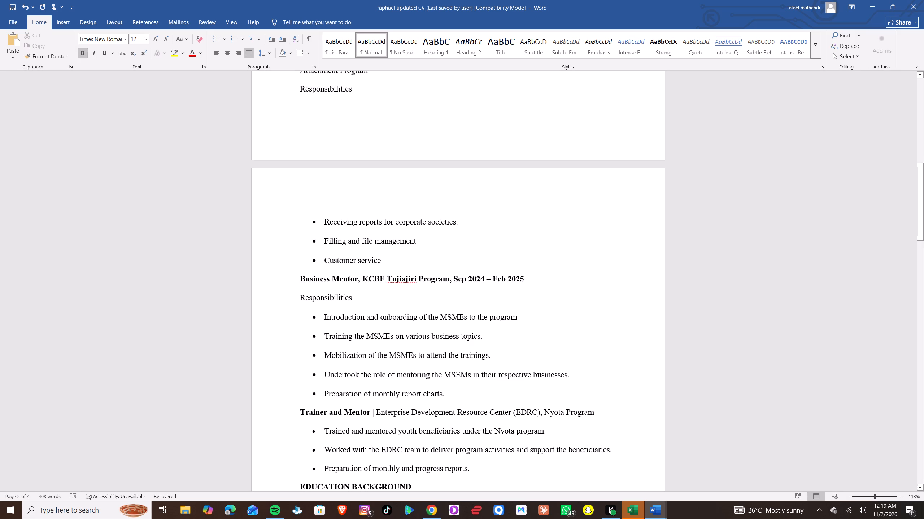
key("space")
type("and")
key("space")
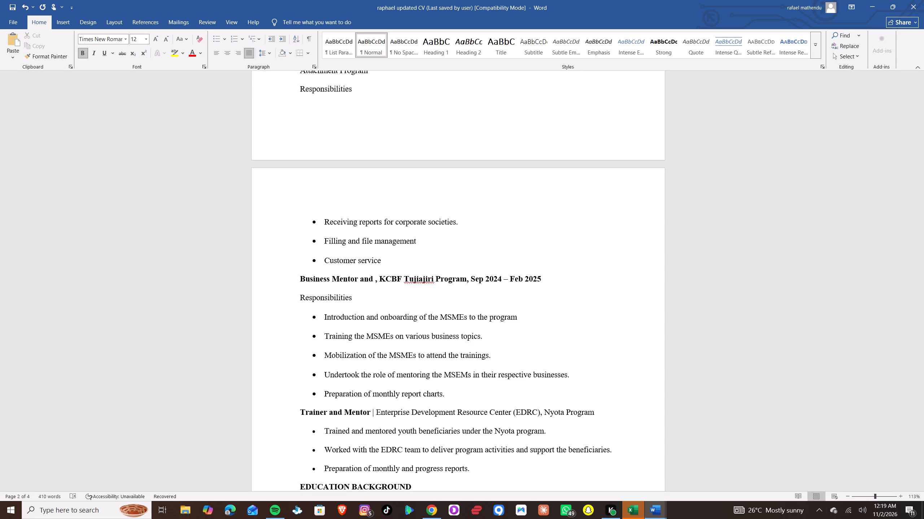
type("ra")
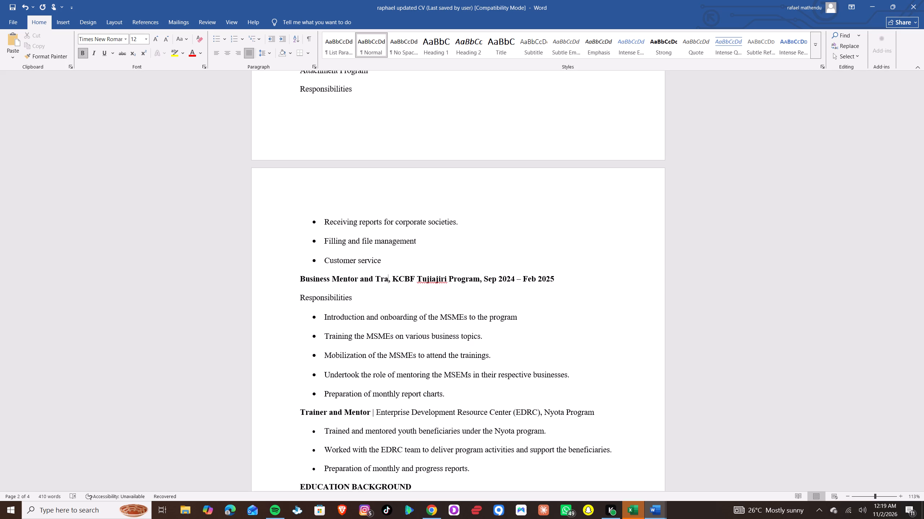
type("iner")
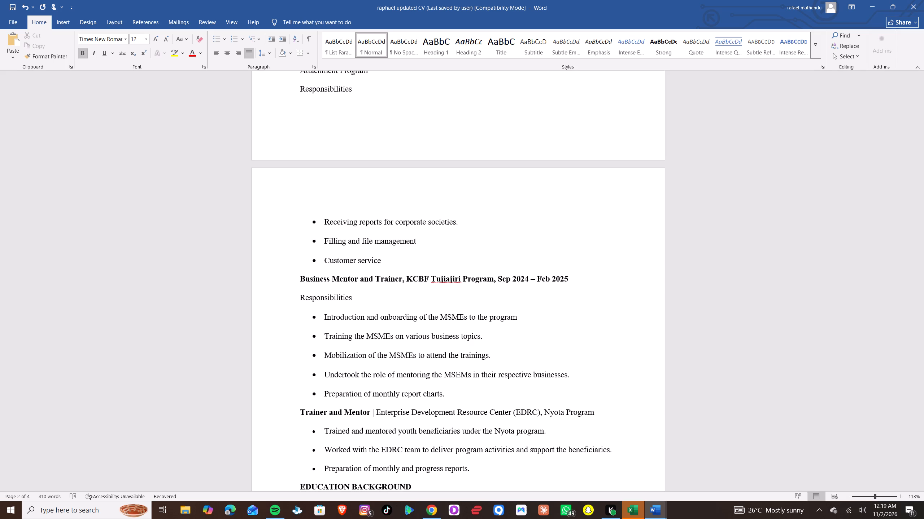
left_click(377, 302)
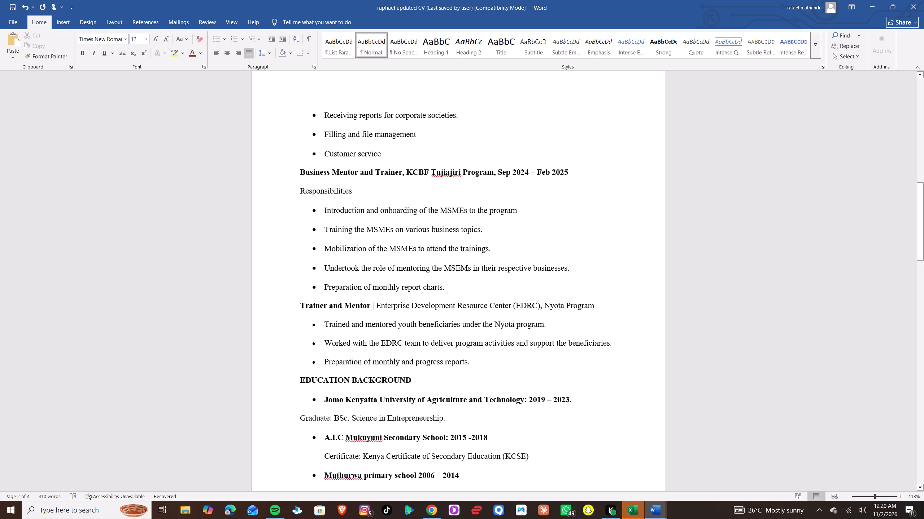
left_click_drag(299, 306, 422, 306)
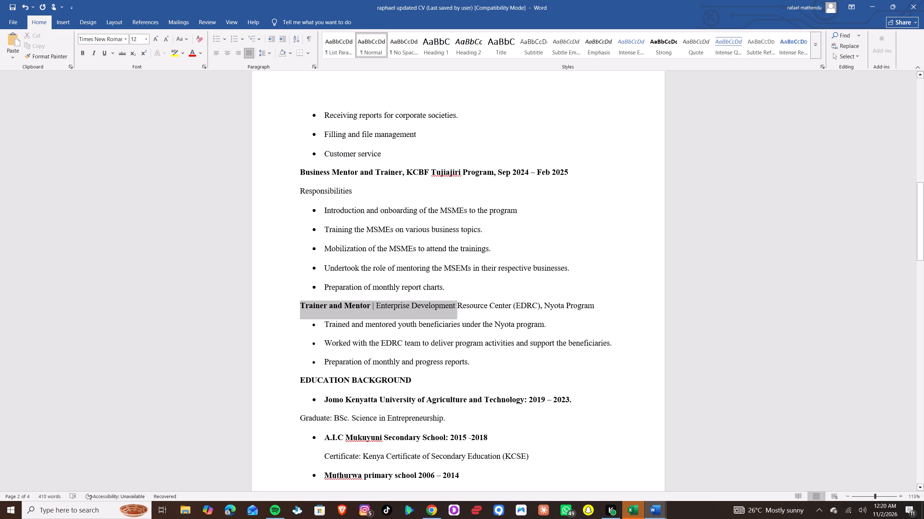
left_click_drag(422, 306, 590, 307)
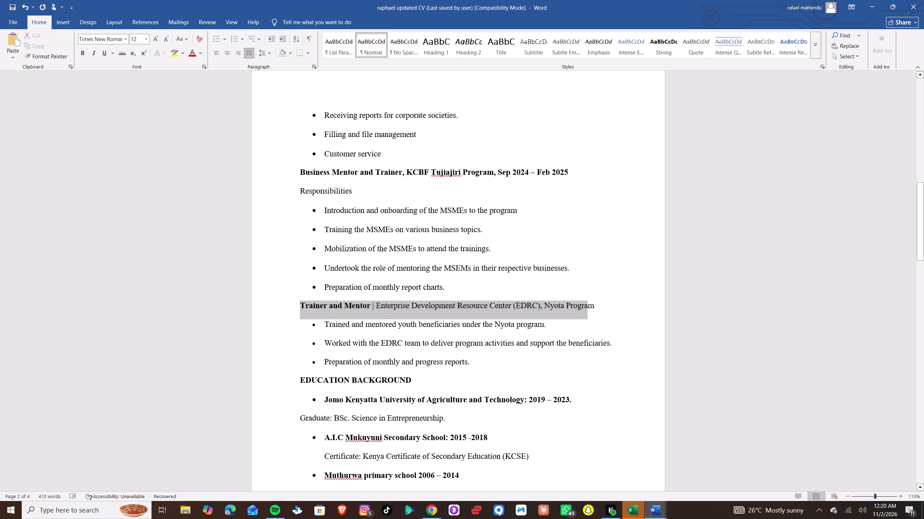
left_click_drag(590, 307, 601, 307)
key("ctrl+v")
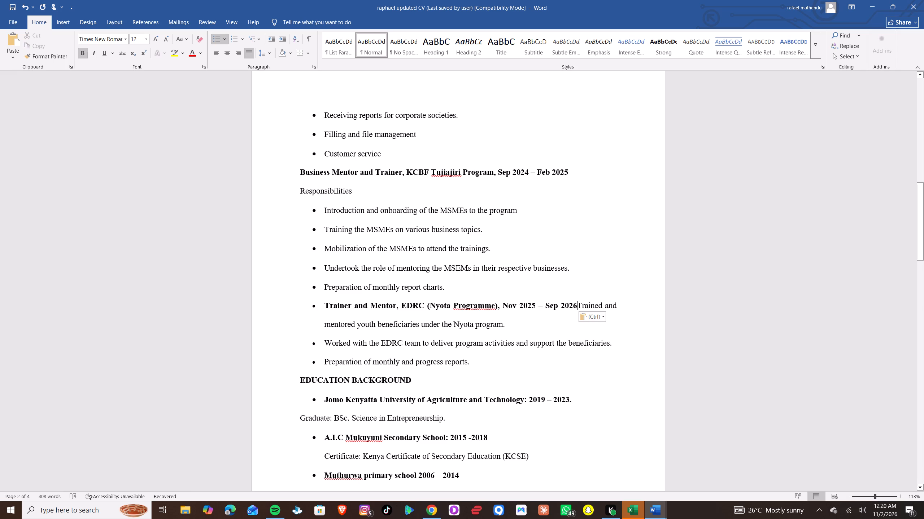
Put the pasted EDRC heading on its own line above the "Trained and mentored" bullet, with no bullet or indent.
key("Return")
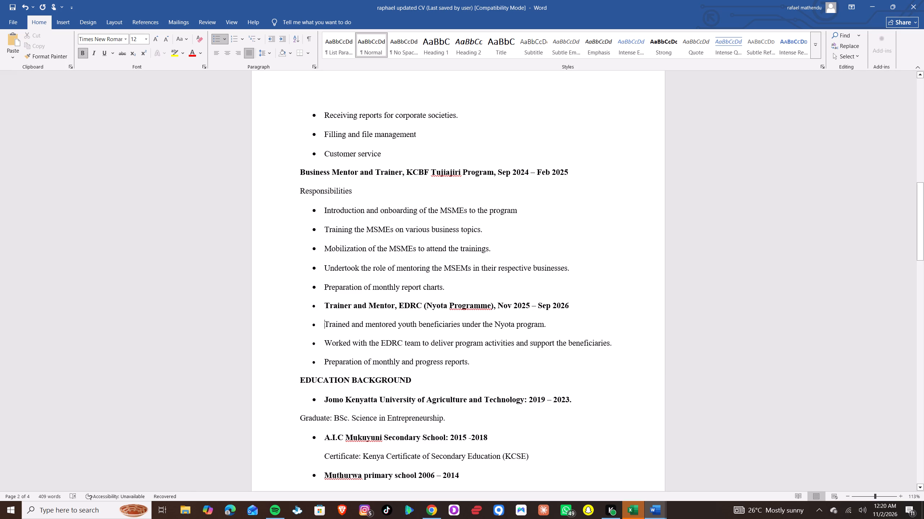
key("ctrl+z")
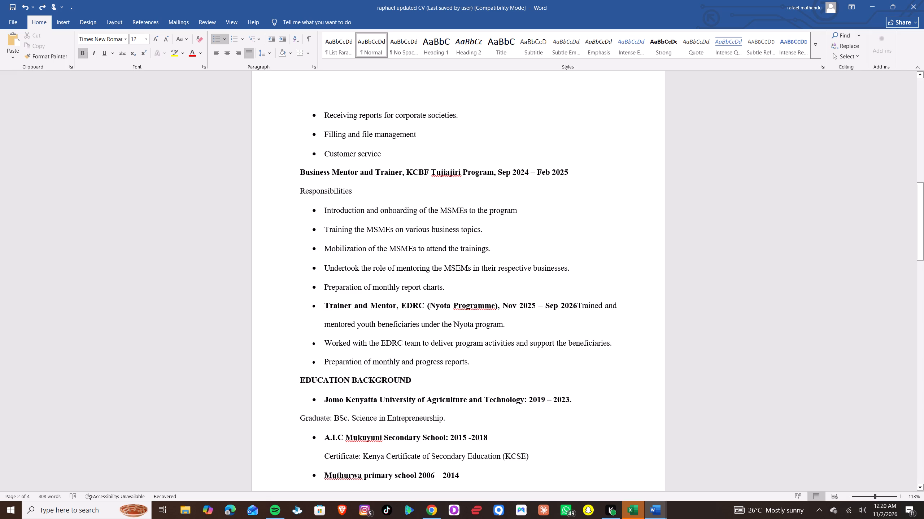
key("Return")
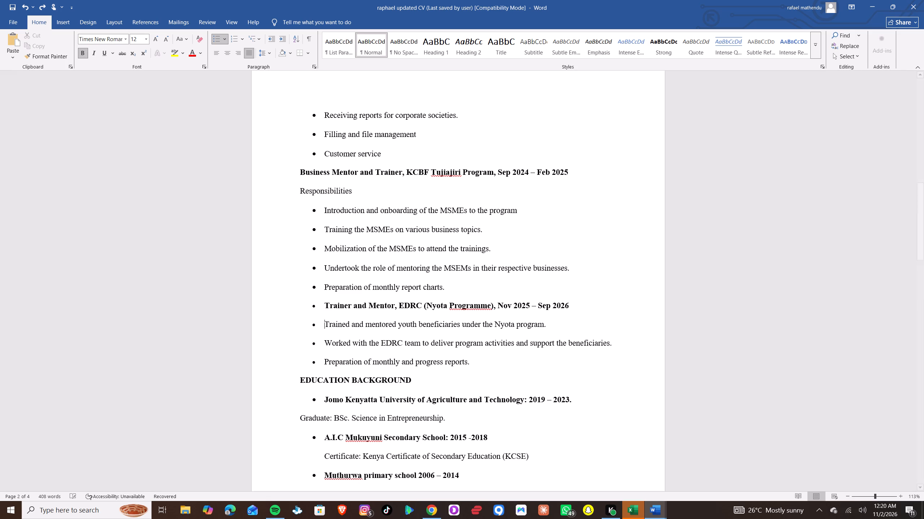
left_click(325, 309)
key("BackSpace")
key("BackSpace")
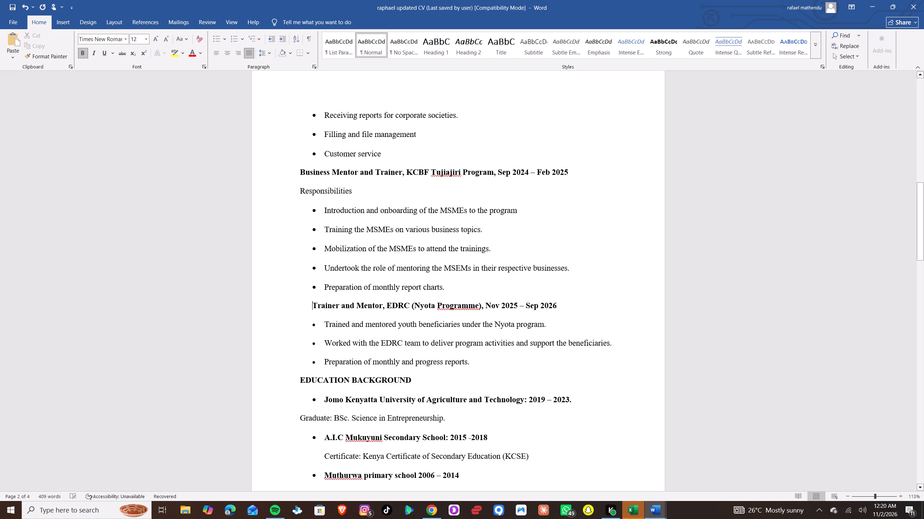
key("BackSpace")
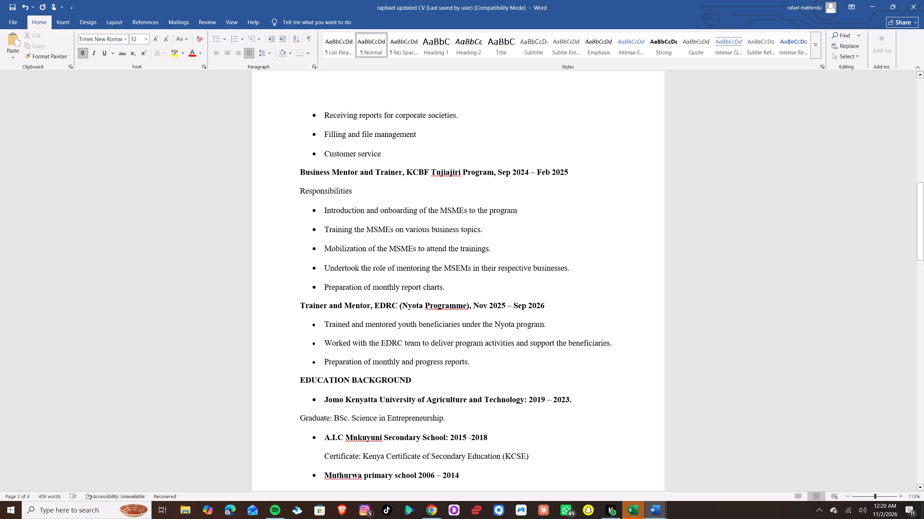
left_click(557, 312)
Shorten "Programme" to "Program" in the Trainer and Mentor, EDRC heading.
left_click(467, 306)
key("BackSpace")
key("BackSpace")
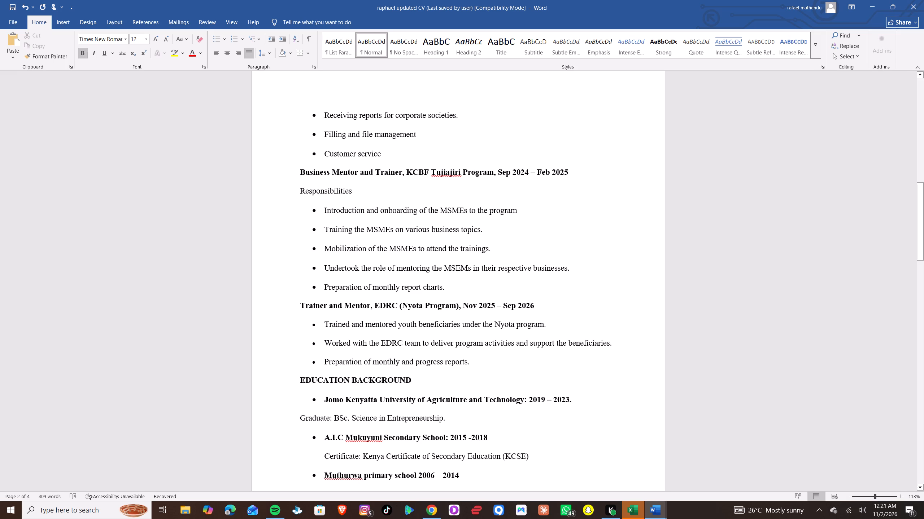
left_click(475, 363)
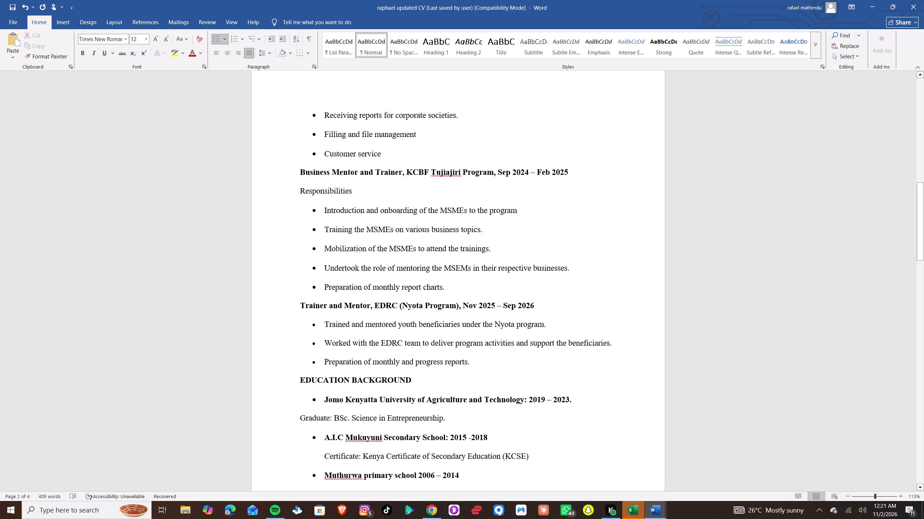
Add "Business" before "Trainer and Mentor" in the EDRC (Nyota Program) heading.
left_click(298, 305)
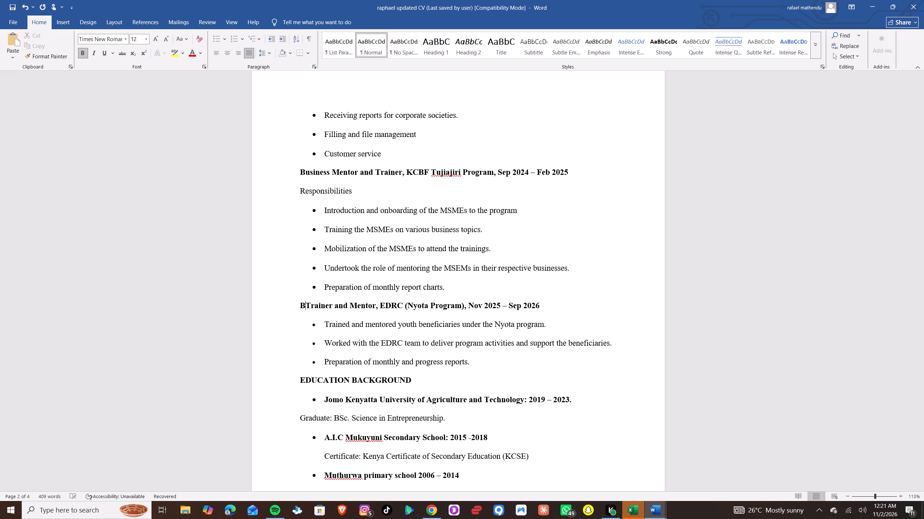
type("us")
type("iness")
key("space")
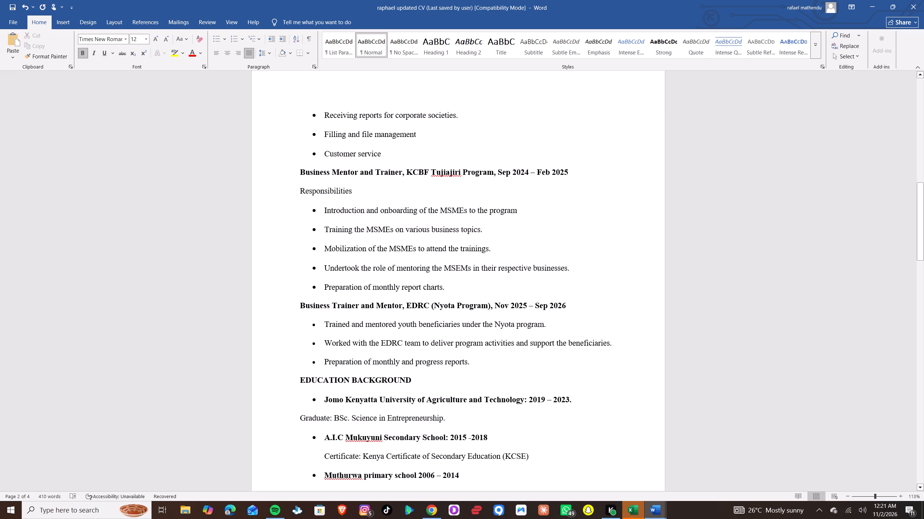
left_click(570, 308)
Insert "Enterprise Development Resource center" before "EDRC" in the Business Trainer and Mentor heading.
left_click(406, 305)
key("e")
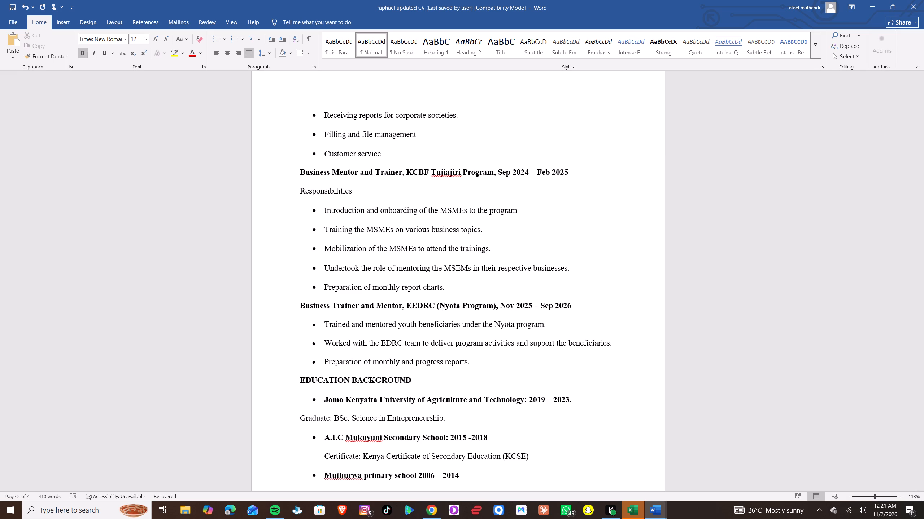
type("nterprise")
key("space")
type("de")
key("BackSpace")
key("BackSpace")
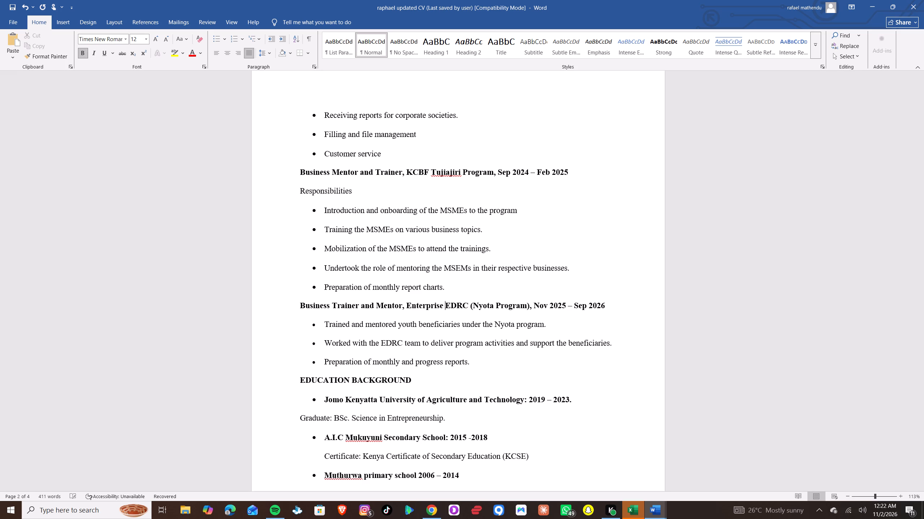
key("e")
type("ve")
type("lopment")
key("space")
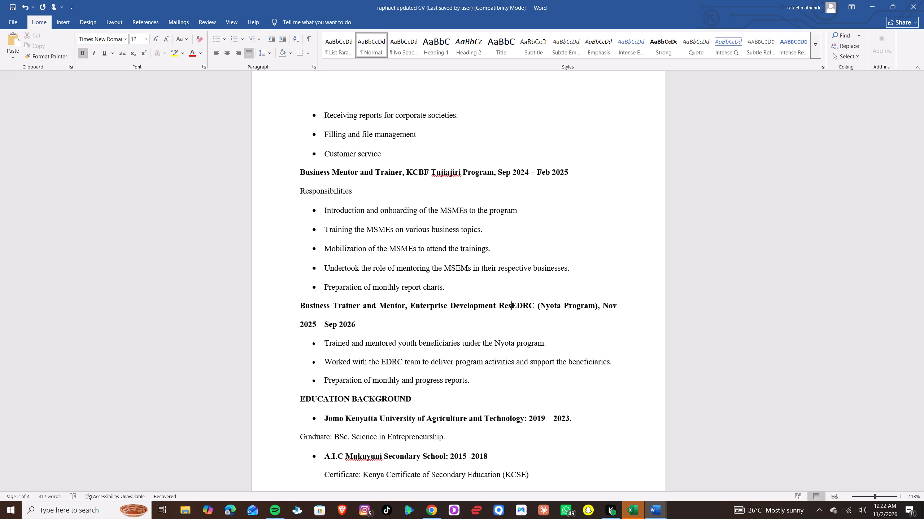
type("ource")
key("space")
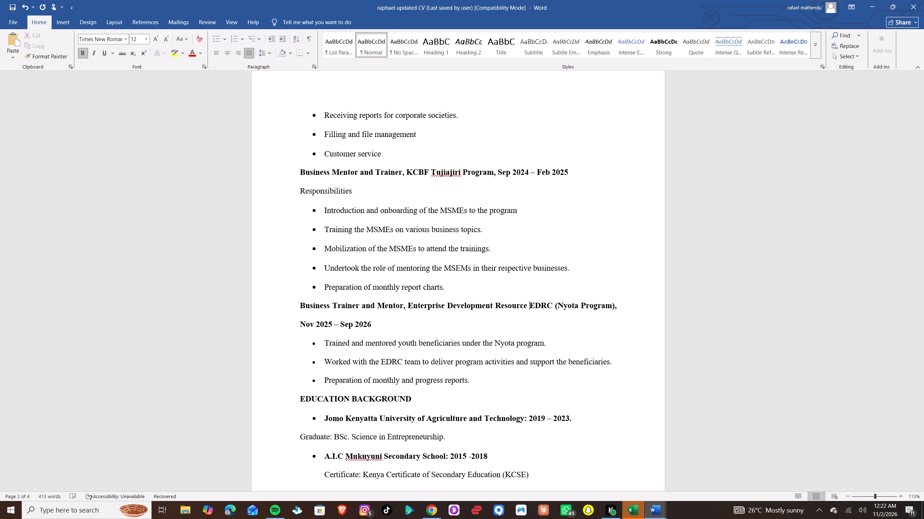
type("center")
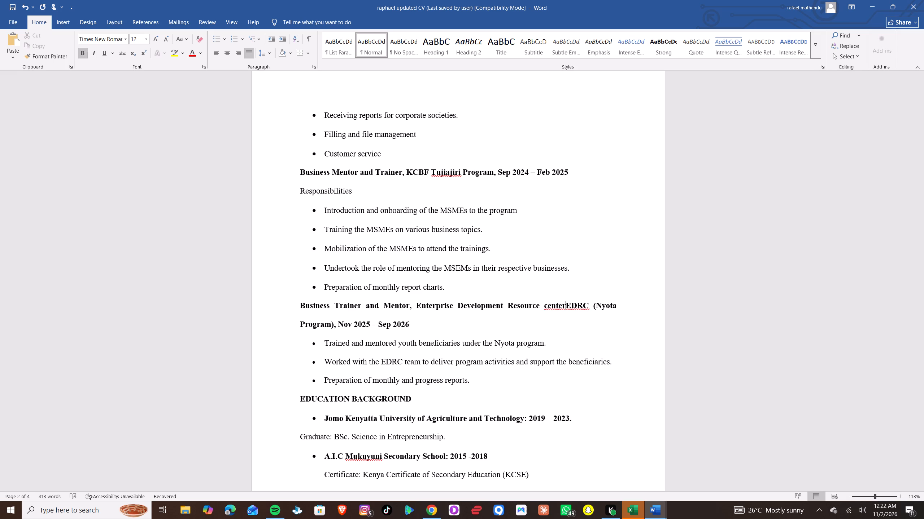
key("space")
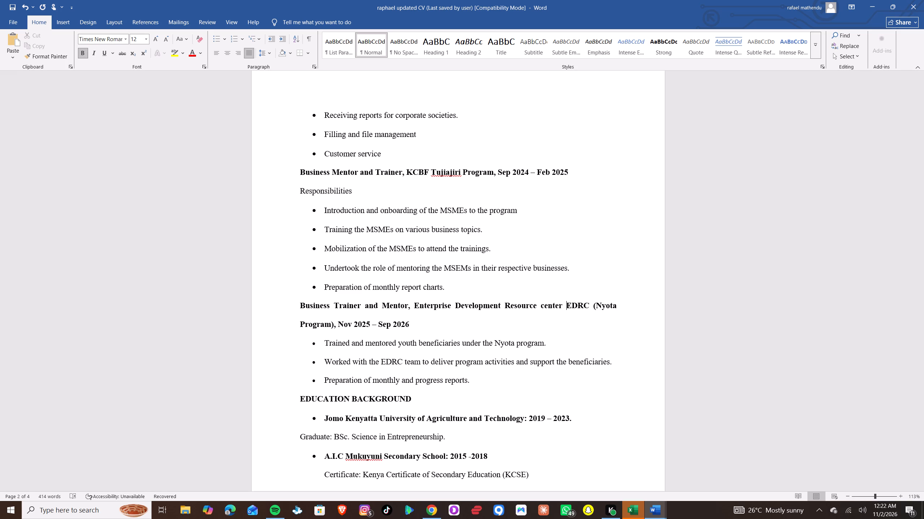
Remove the abbreviation "EDRC" and the extra space before "(Nyota Program)" in the Business Trainer and Mentor heading.
key("Right")
key("Right")
key("Right")
key("Right")
key("BackSpace")
key("BackSpace")
key("BackSpace")
key("BackSpace")
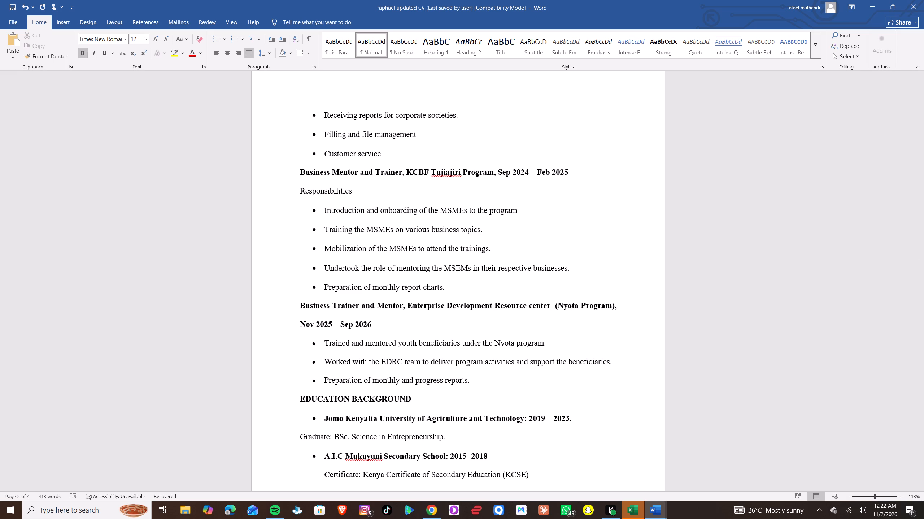
key("BackSpace")
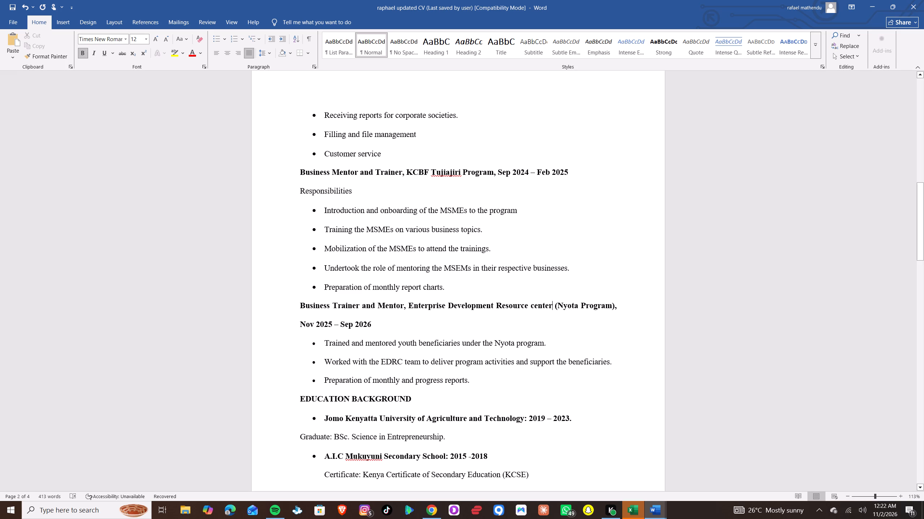
left_click(383, 323)
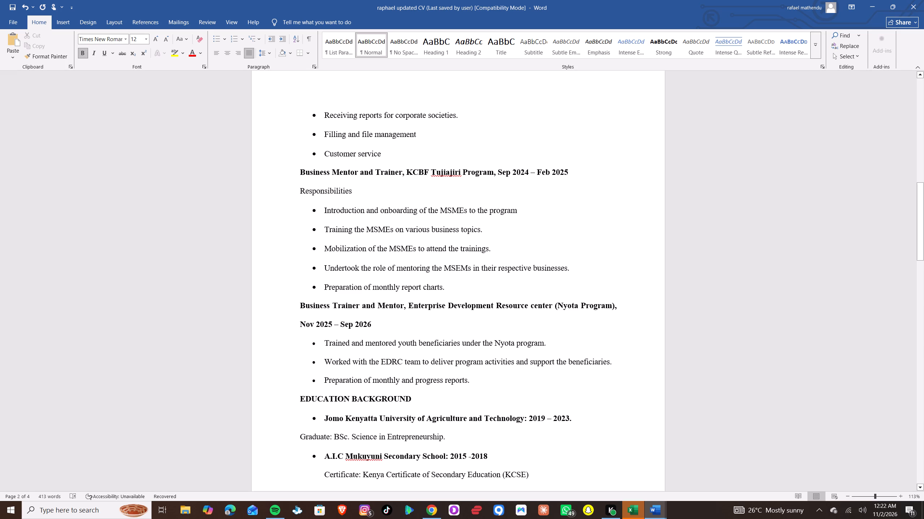
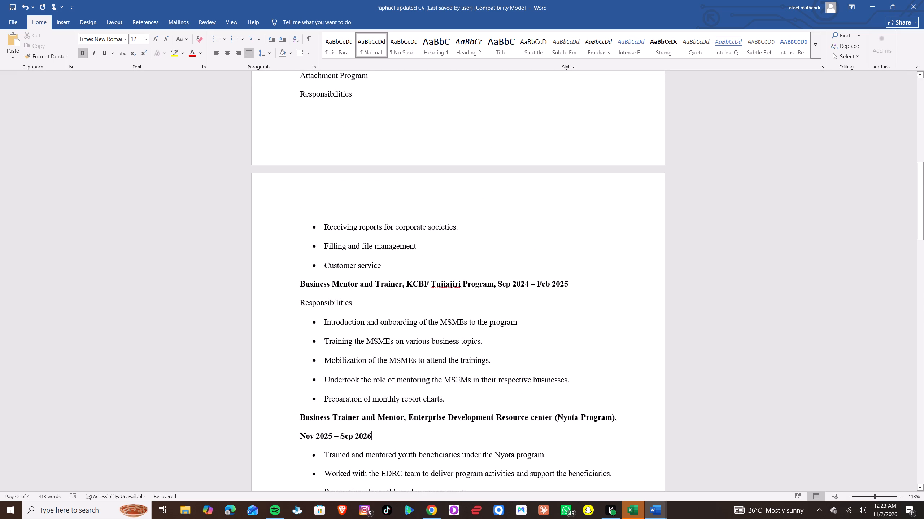
Save the updated CV document with the revised KCBF and EDRC role headings.
key("ctrl+s")
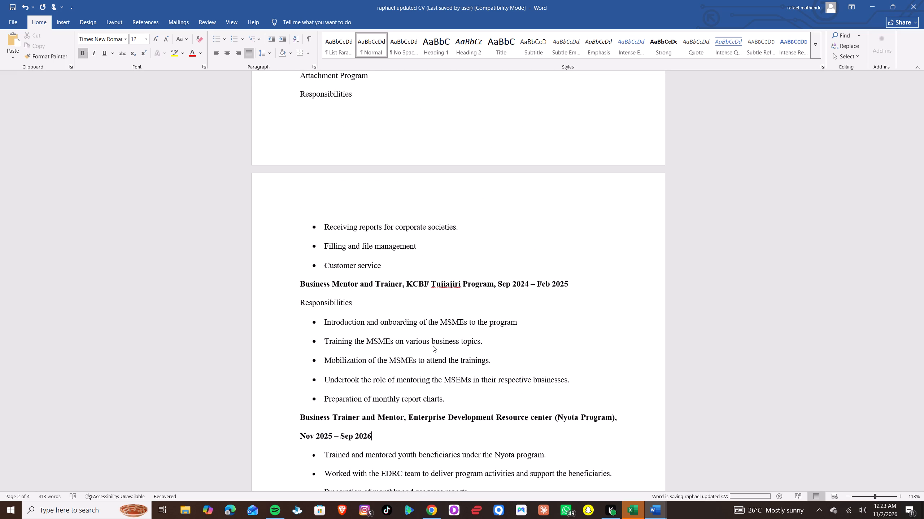
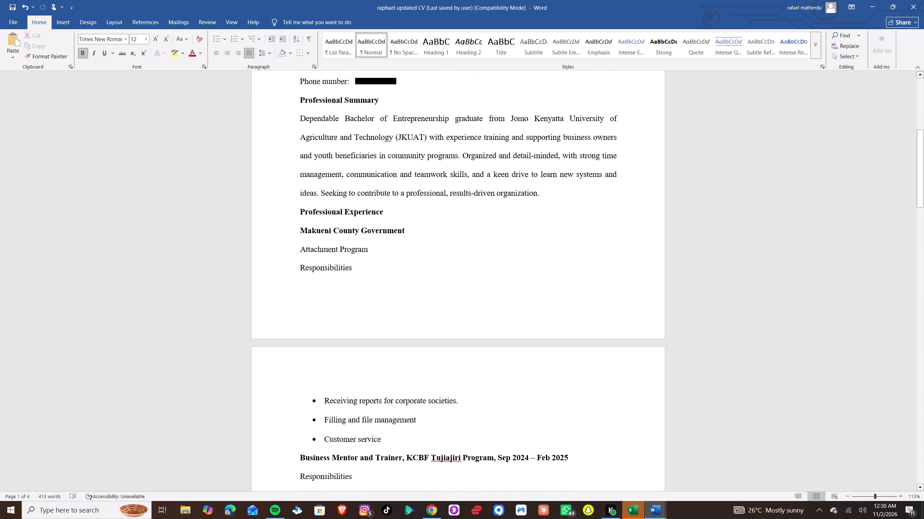
Insert a blank line above the "Professional Experience" heading and add a space before the heading text.
left_click(298, 210)
key("Return")
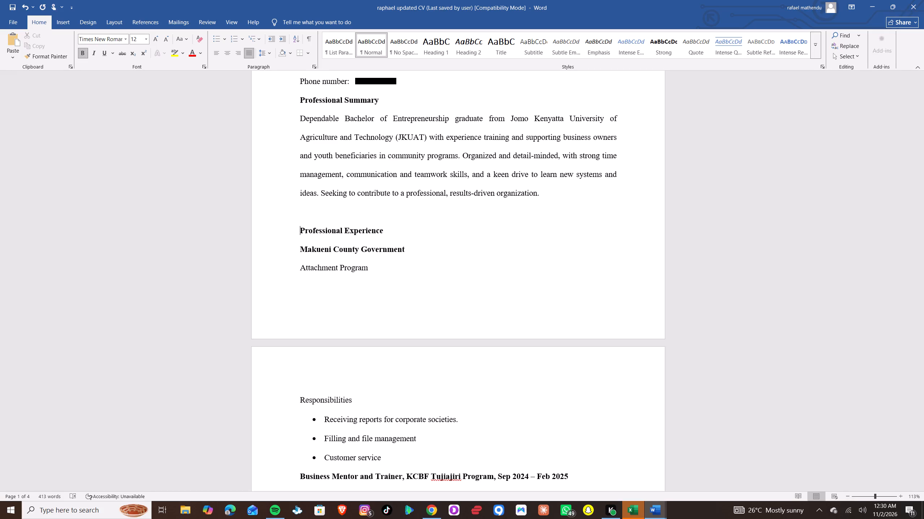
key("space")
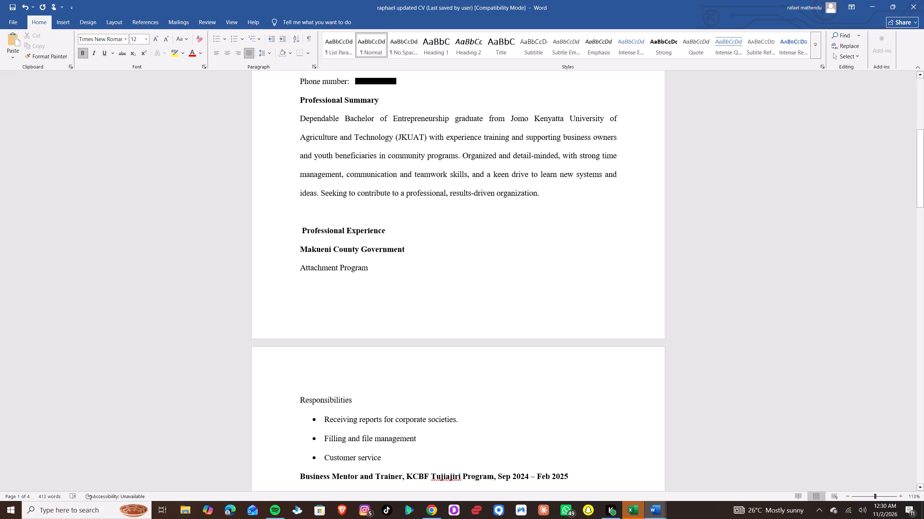
Add a comma and a space after "Makueni County Government" to extend that heading.
left_click(405, 250)
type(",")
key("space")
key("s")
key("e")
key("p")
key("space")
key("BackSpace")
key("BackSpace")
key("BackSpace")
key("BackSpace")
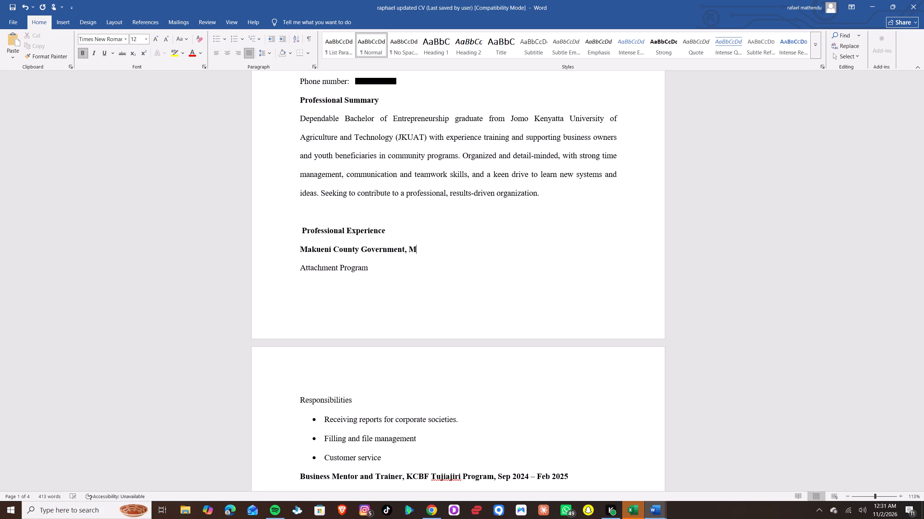
Add the start date May 2022 after the comma in the Makueni County Government heading.
type("y")
key("space")
key("2")
key("0")
type("22")
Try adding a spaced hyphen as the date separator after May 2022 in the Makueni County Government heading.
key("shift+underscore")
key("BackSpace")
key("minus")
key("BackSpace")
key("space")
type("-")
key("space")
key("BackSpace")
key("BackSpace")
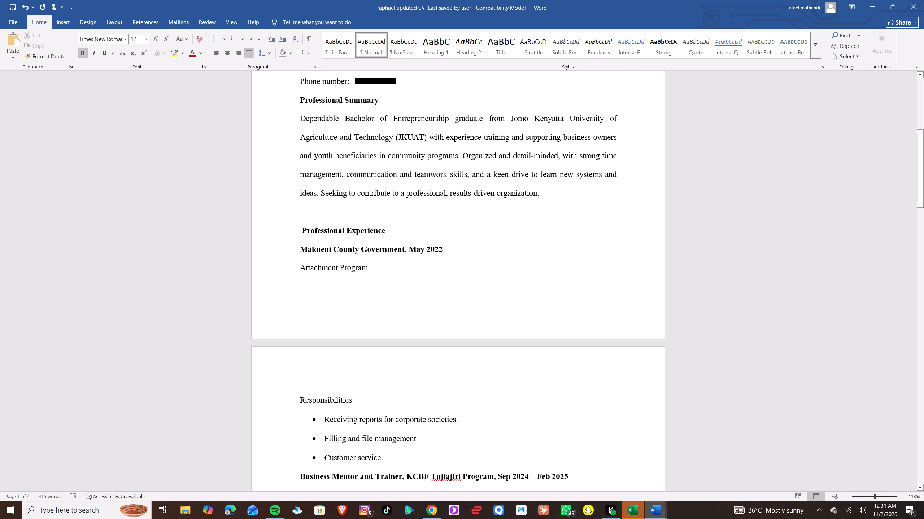
Copy the dash from the KCBF heading's date range and paste it after May 2022 in the Makueni County Government heading.
left_click_drag(530, 477, 540, 477)
left_click_drag(540, 477, 535, 477)
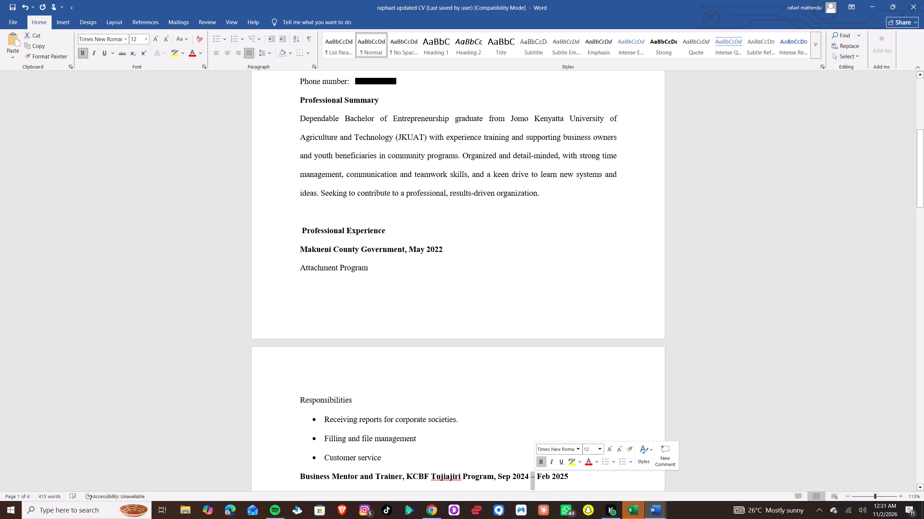
key("ctrl+c")
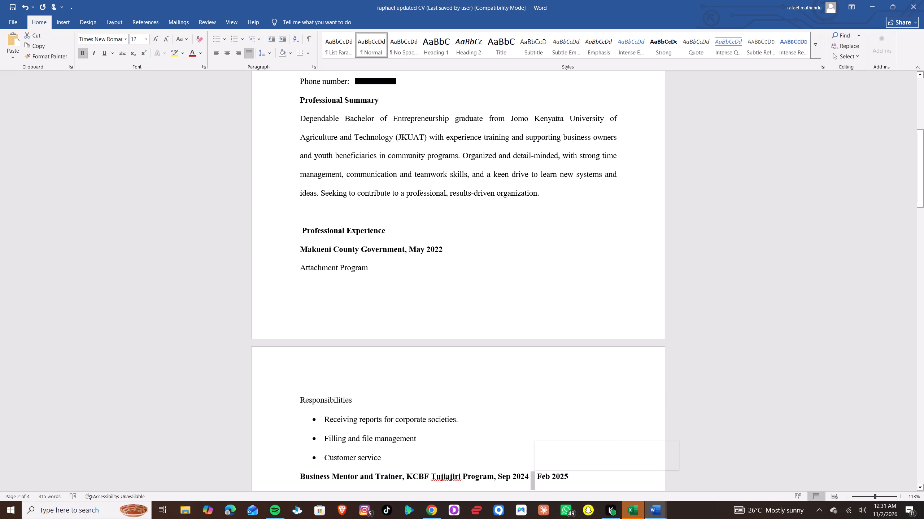
left_click(445, 251)
key("ctrl+v")
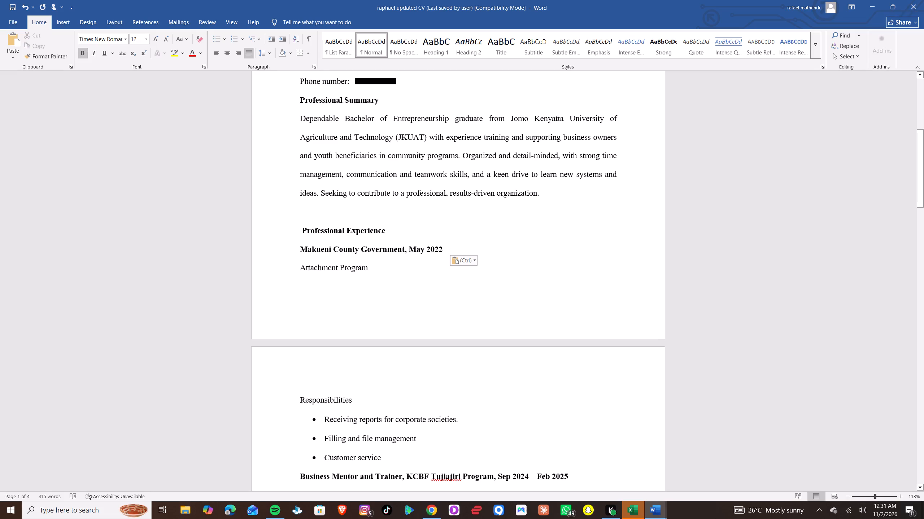
Complete the Makueni County Government date range with the end date Aug 2022.
type("AUG")
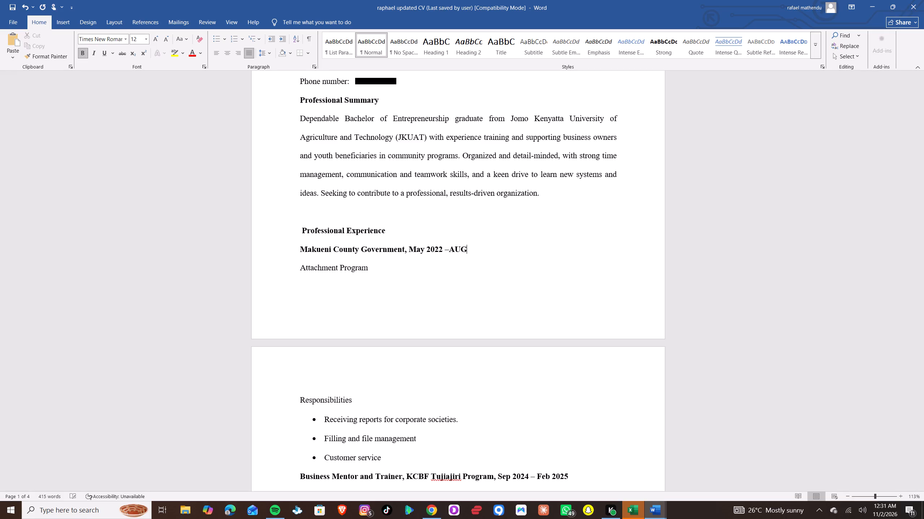
key("space")
key("BackSpace")
key("BackSpace")
key("BackSpace")
type("ug")
key("space")
type("2022")
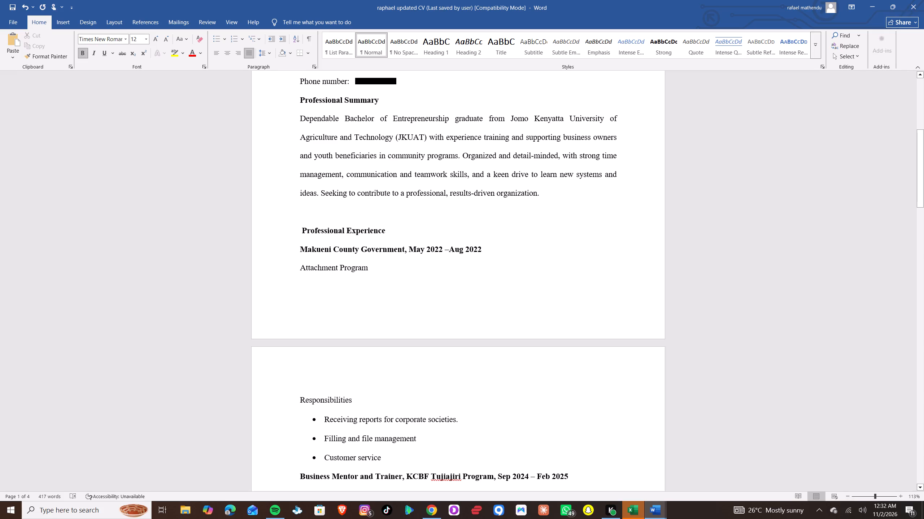
left_click(396, 273)
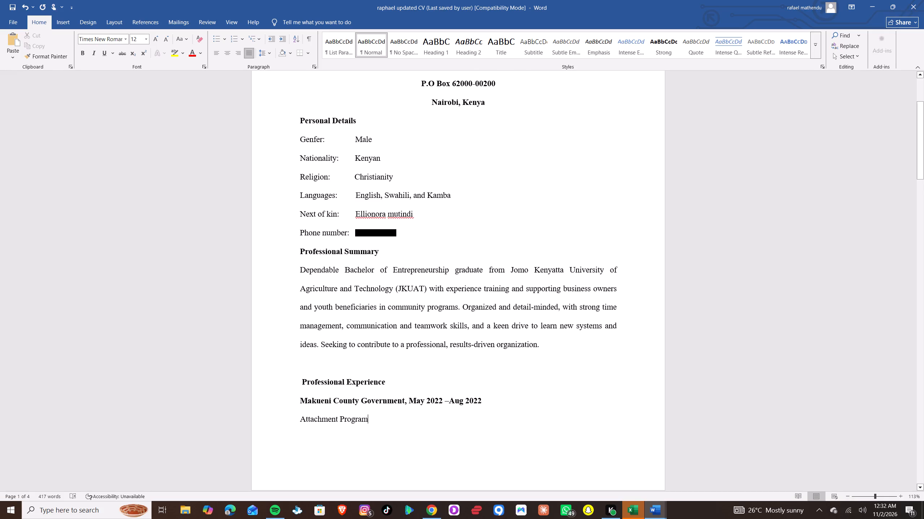
Insert a blank line between the phone number line and the Professional Summary heading.
left_click(298, 250)
key("Return")
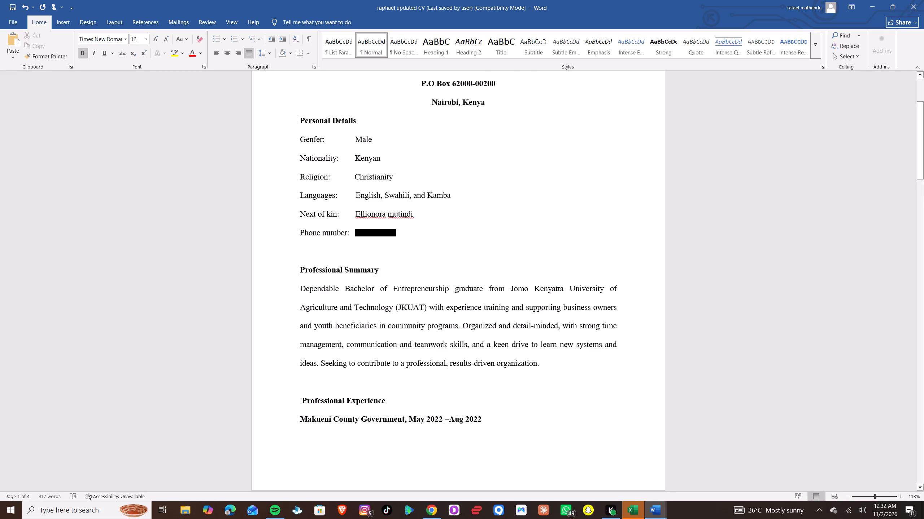